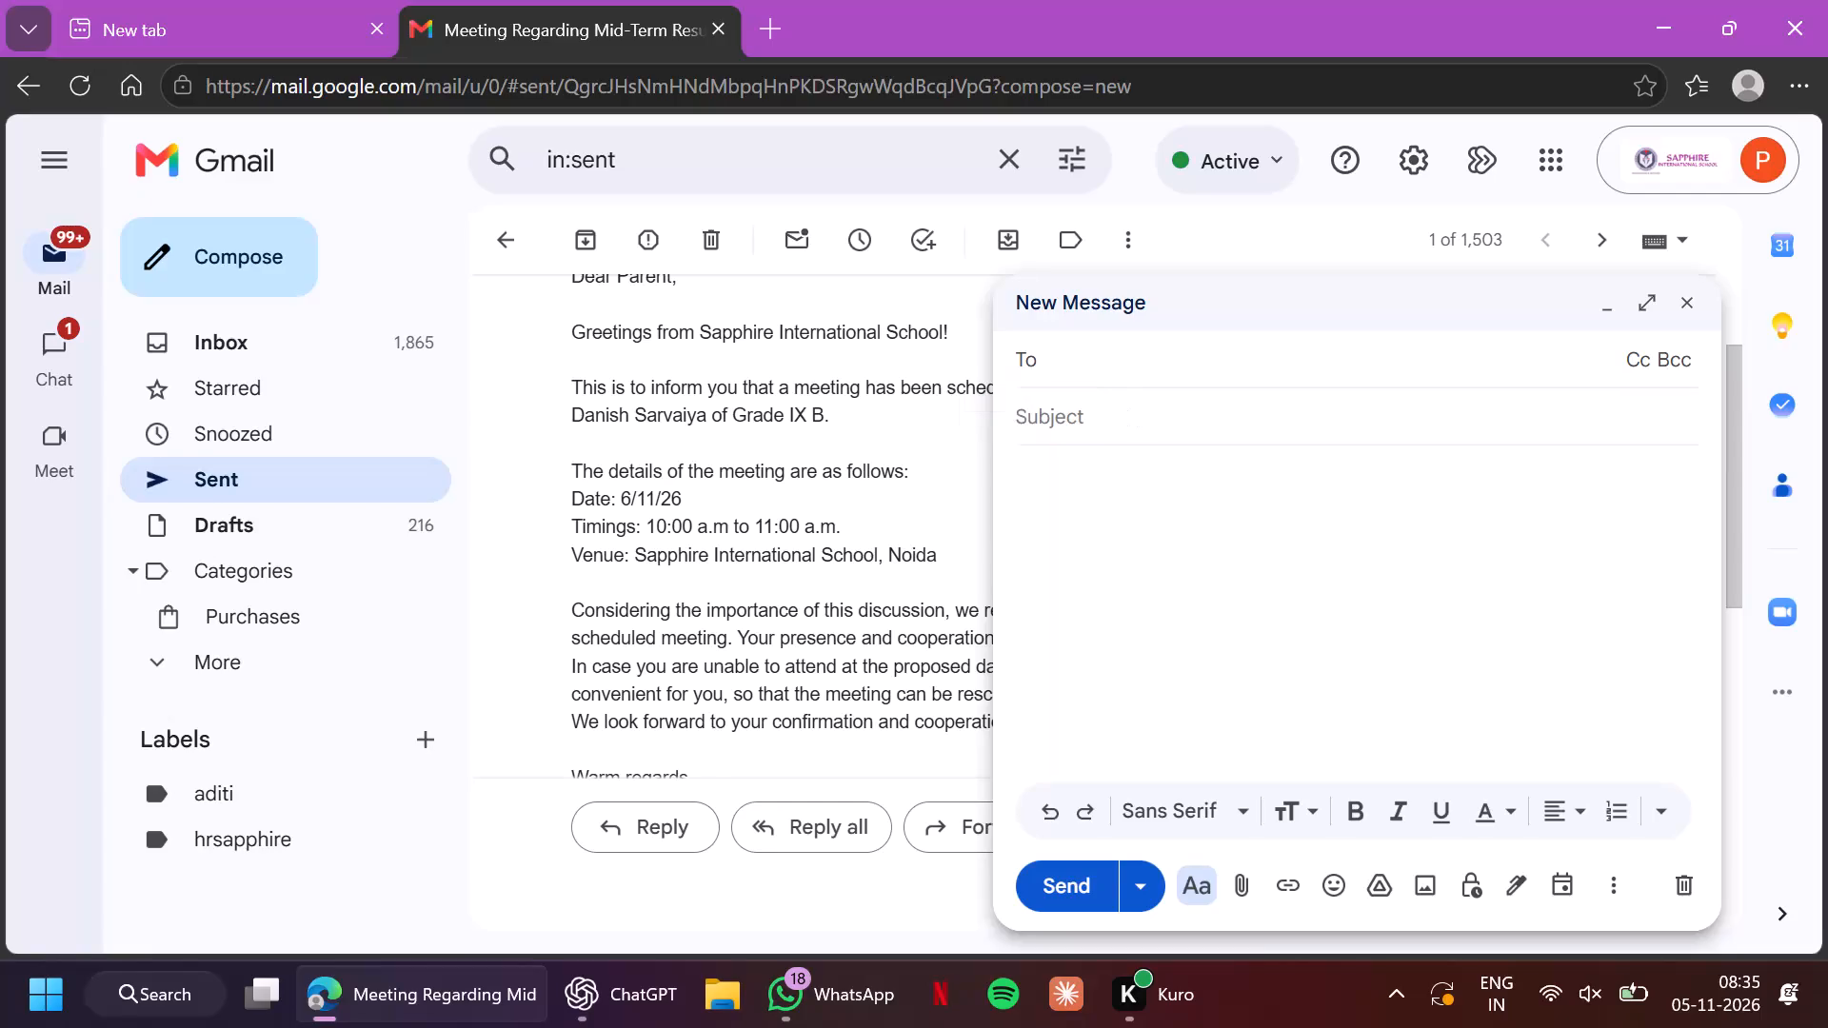
# Paste the copied mid-term result meeting text into the new message's body.
pyautogui.click(1123, 405)
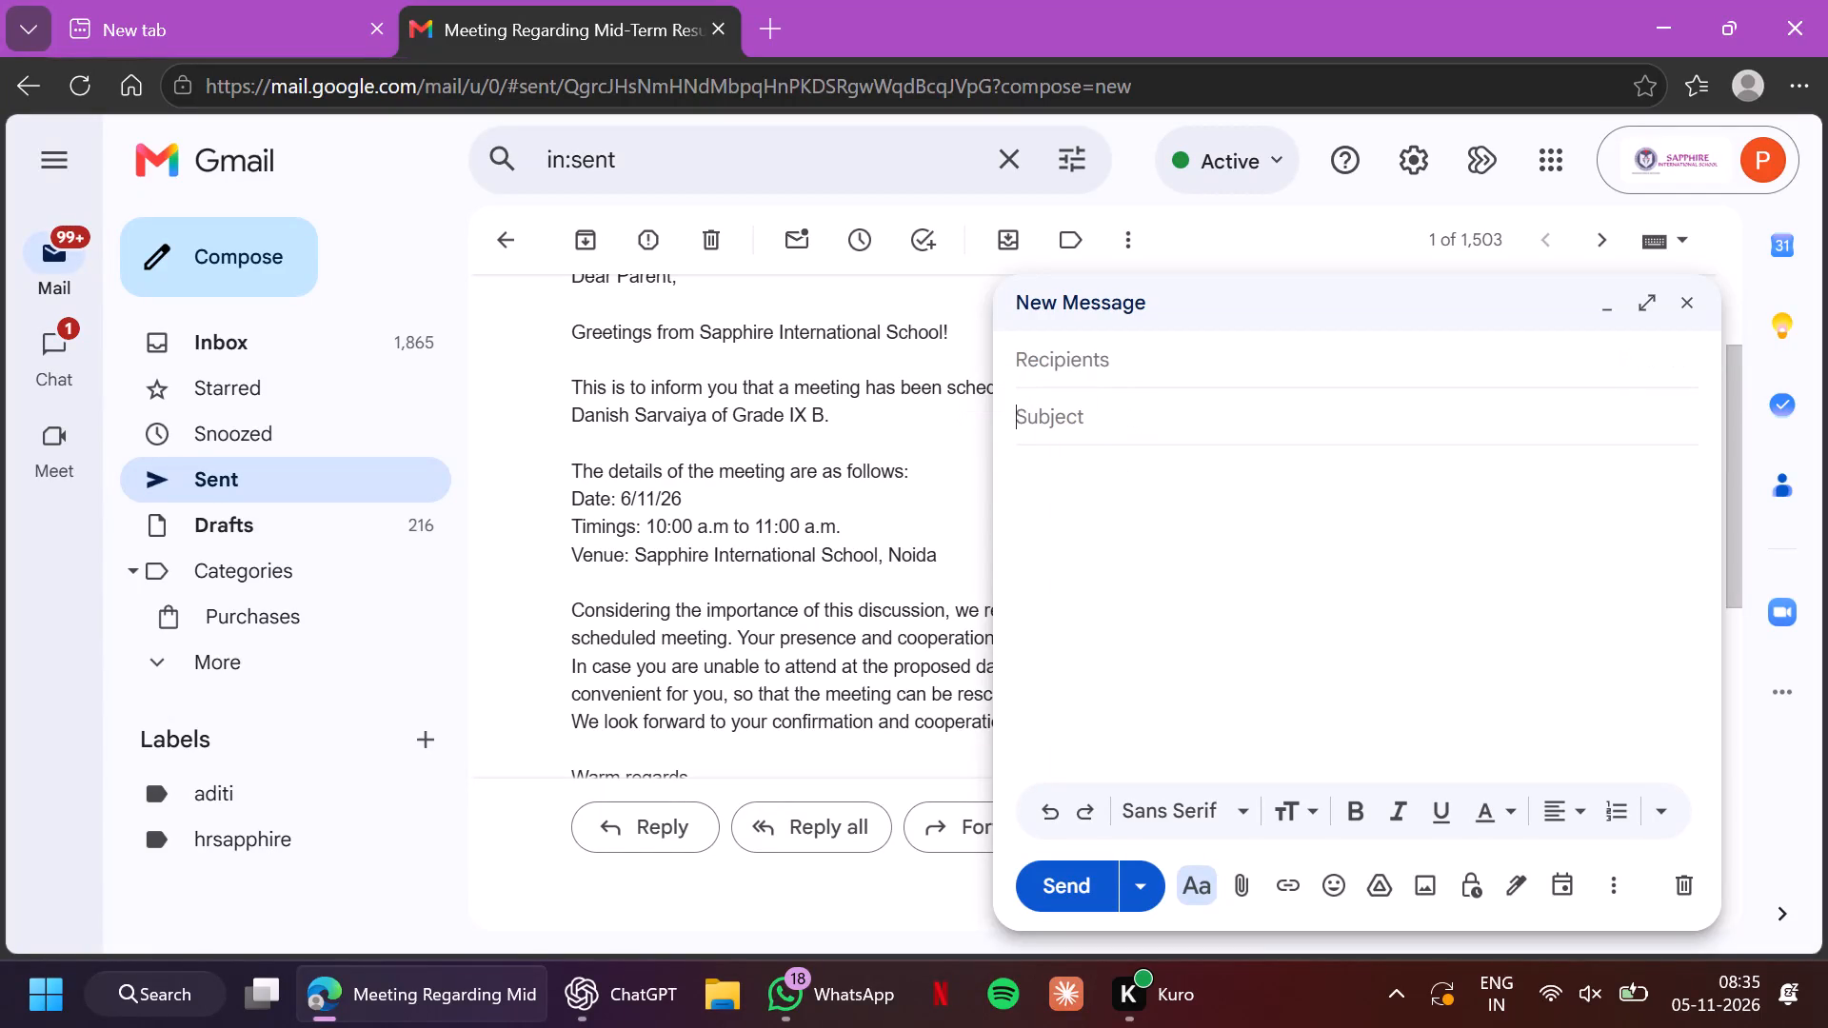
pyautogui.click(1045, 502)
pyautogui.hotkey('ctrl', 'v')
pyautogui.scroll(1, 1045, 502)
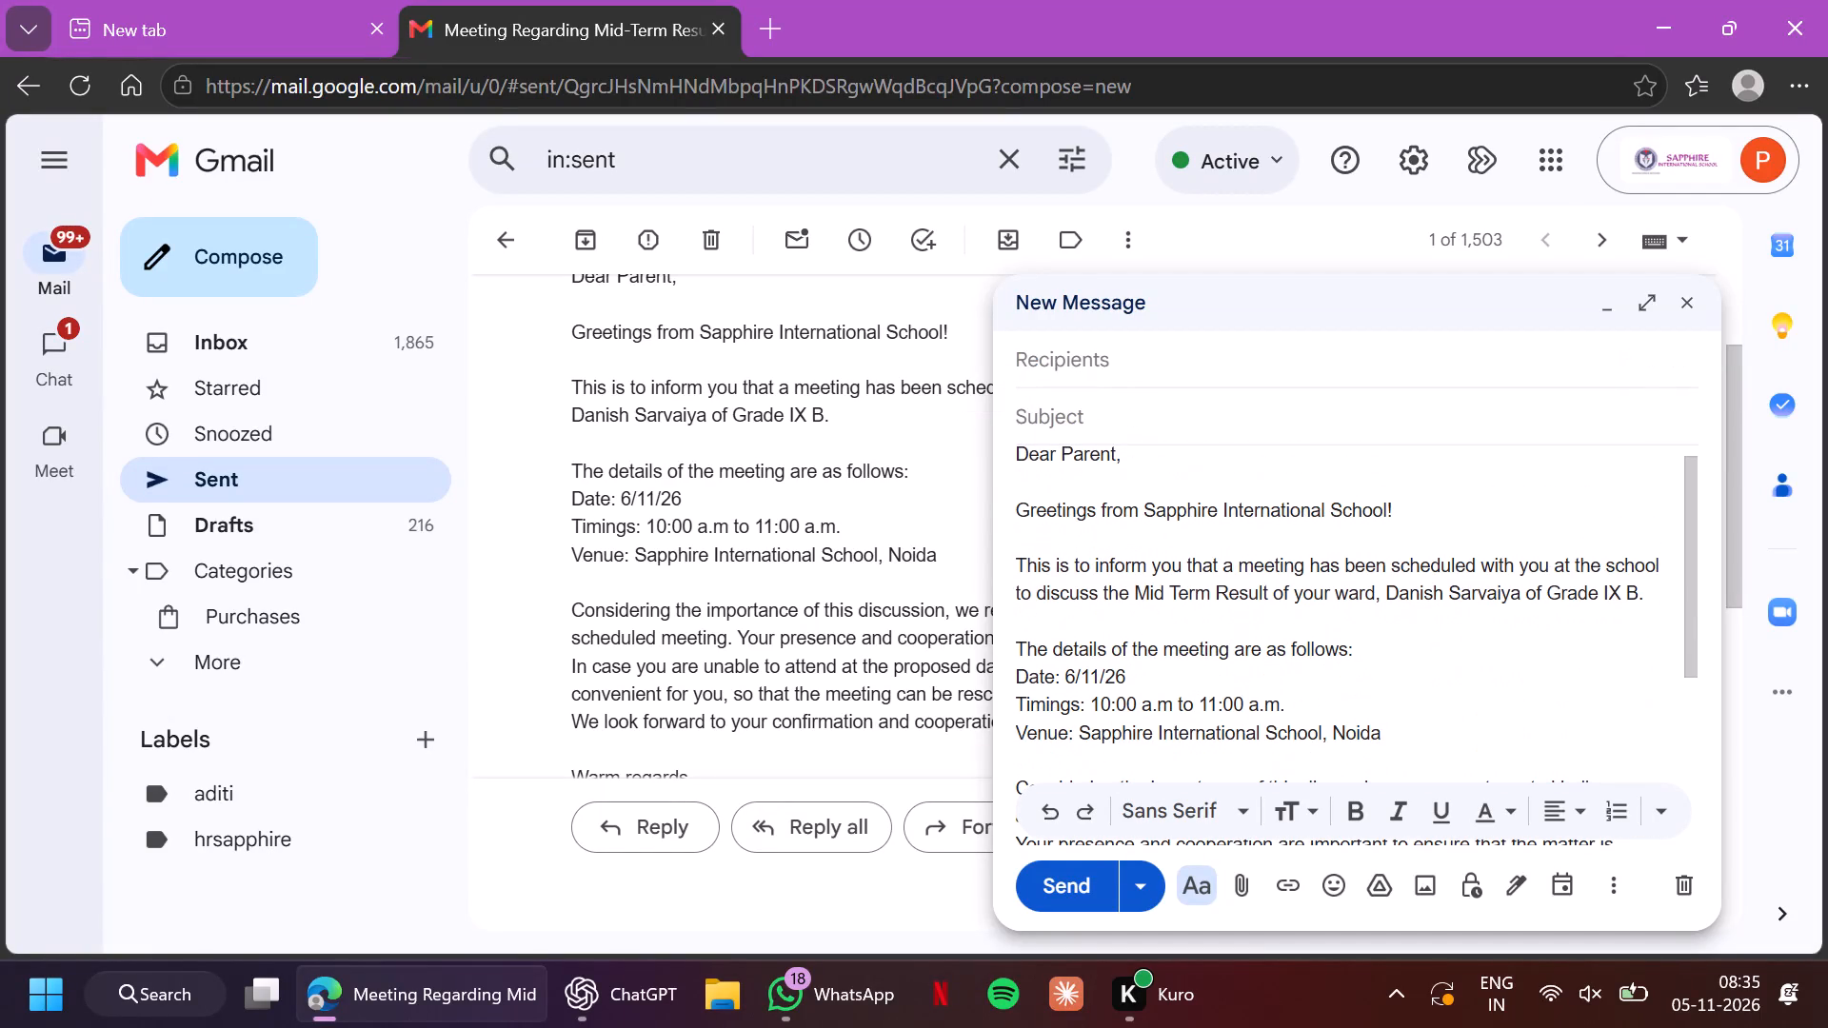
# Replace the previous student's full name in the body's "your ward" sentence with the next student's name, starting with Anshika.
pyautogui.click(1517, 600)
pyautogui.press('BackSpace')
pyautogui.press('BackSpace')
pyautogui.press('BackSpace')
pyautogui.press('BackSpace')
pyautogui.press('BackSpace')
pyautogui.press('BackSpace')
pyautogui.press('BackSpace')
pyautogui.press('BackSpace')
pyautogui.press('BackSpace')
pyautogui.press('BackSpace')
pyautogui.press('BackSpace')
pyautogui.press('BackSpace')
pyautogui.press('BackSpace')
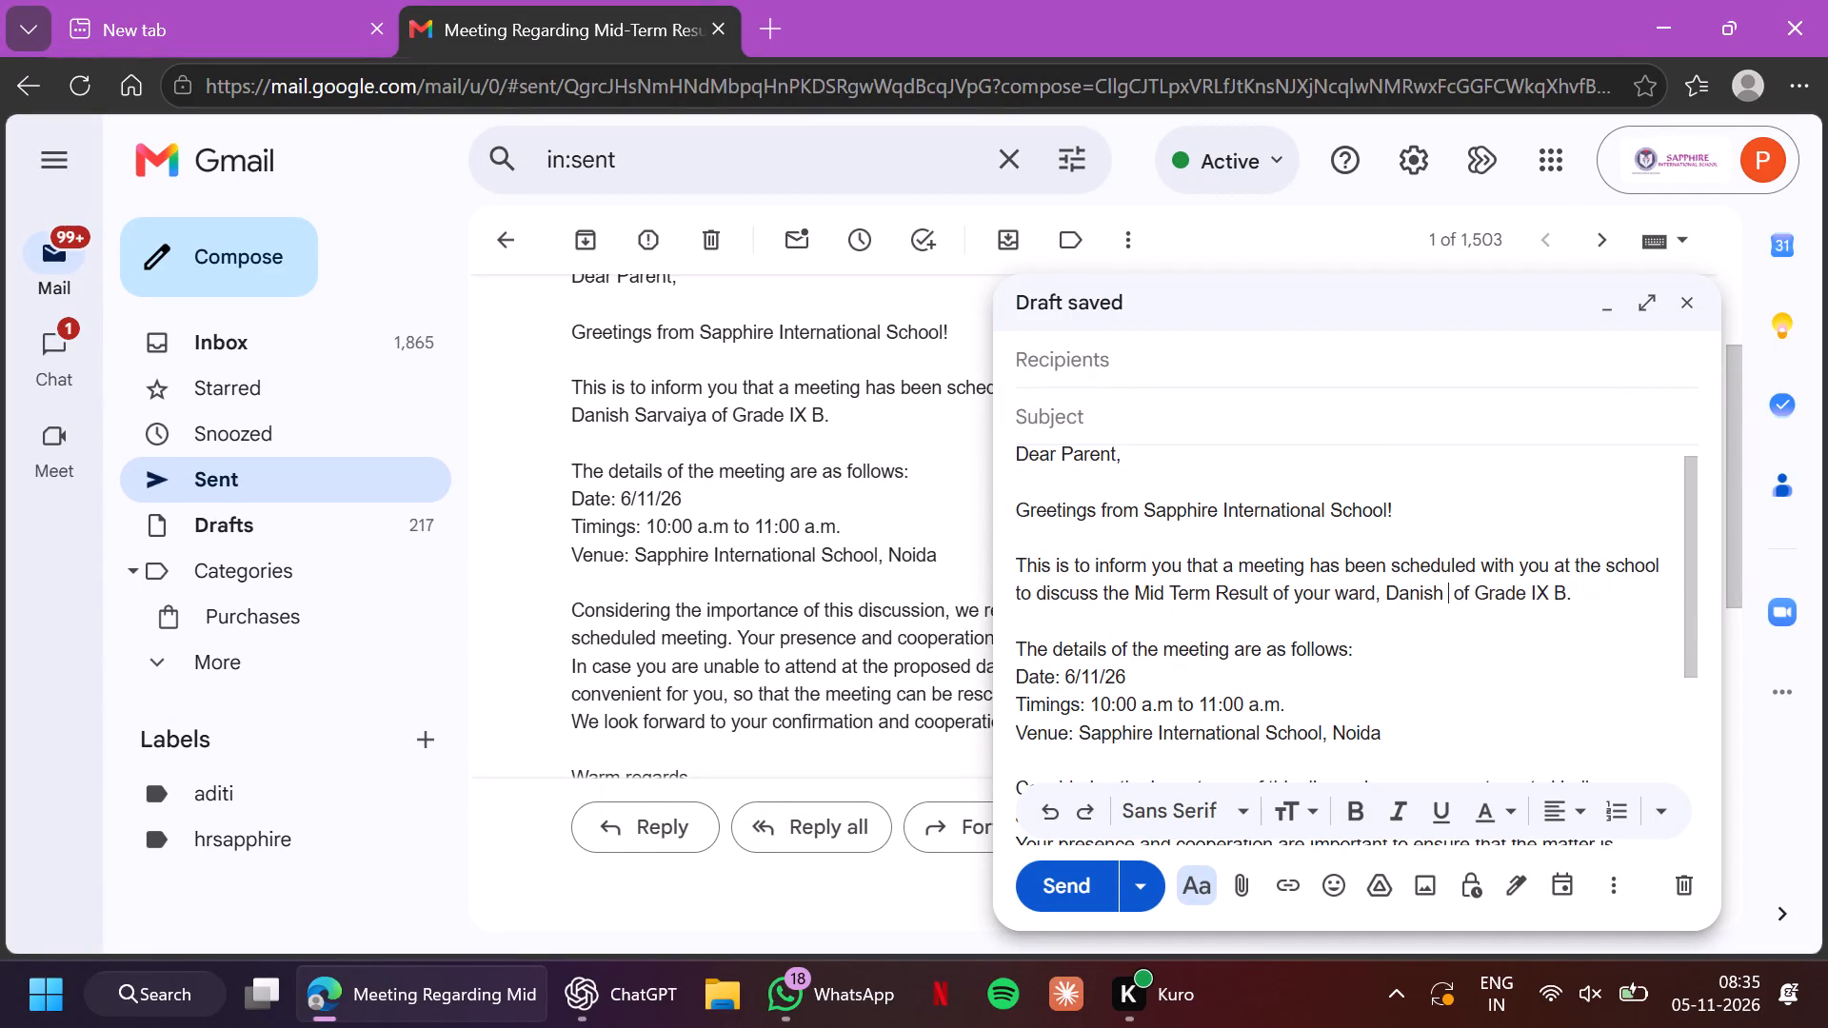
pyautogui.press('BackSpace')
pyautogui.press('BackSpace')
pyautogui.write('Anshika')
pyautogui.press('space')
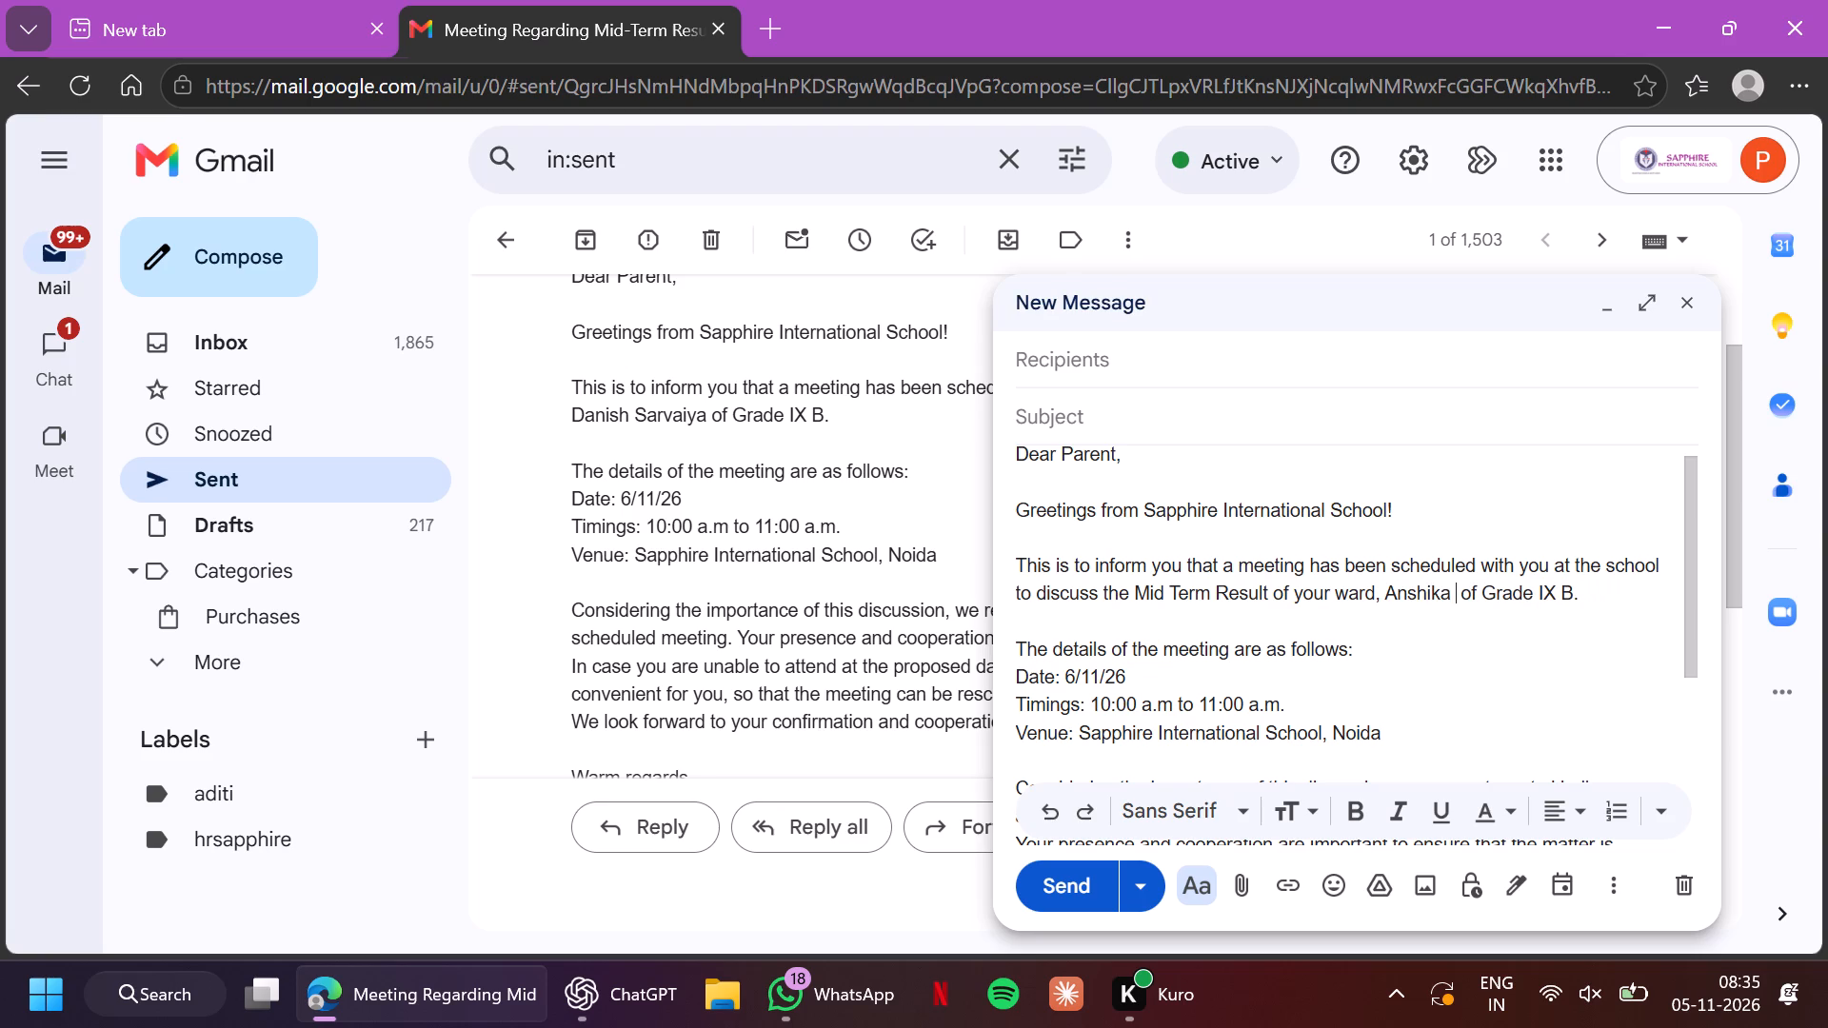
# Complete the student's name with the surname in the body of the new message, keeping single spacing before "of Grade IX B".
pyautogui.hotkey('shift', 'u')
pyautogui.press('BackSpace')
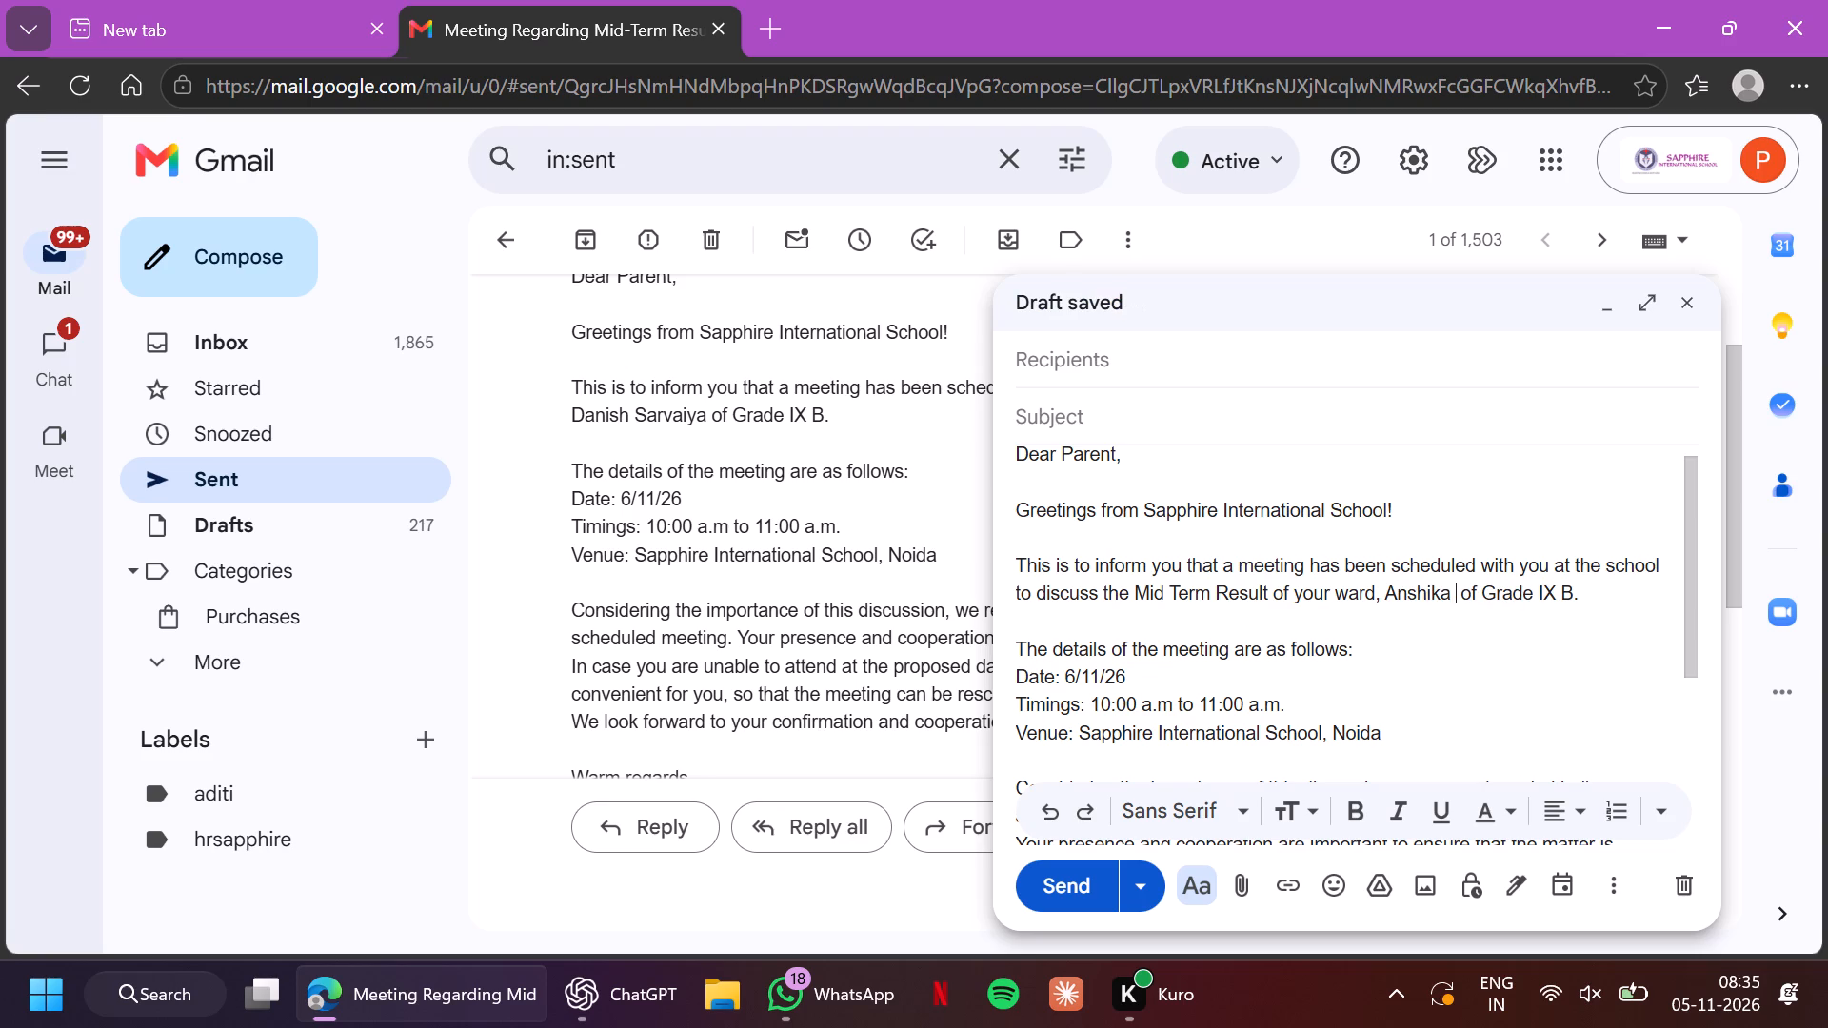
pyautogui.write('Yadav')
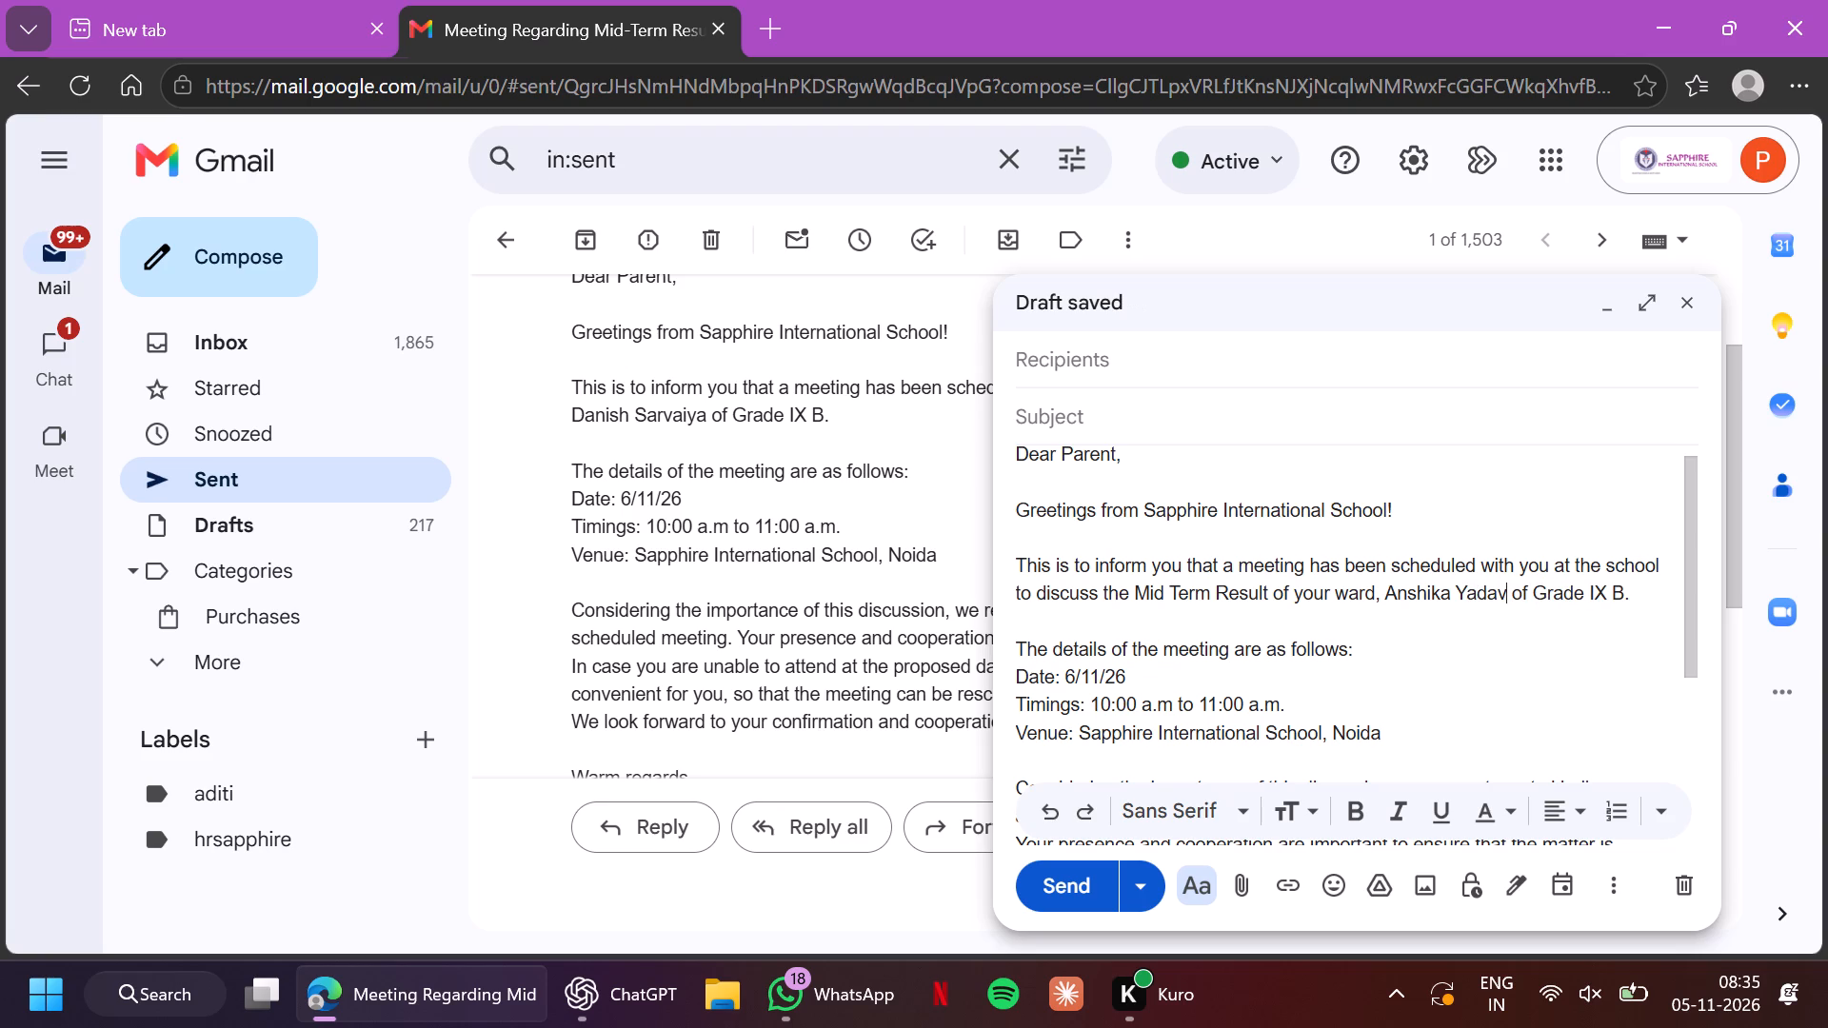
pyautogui.press('BackSpace')
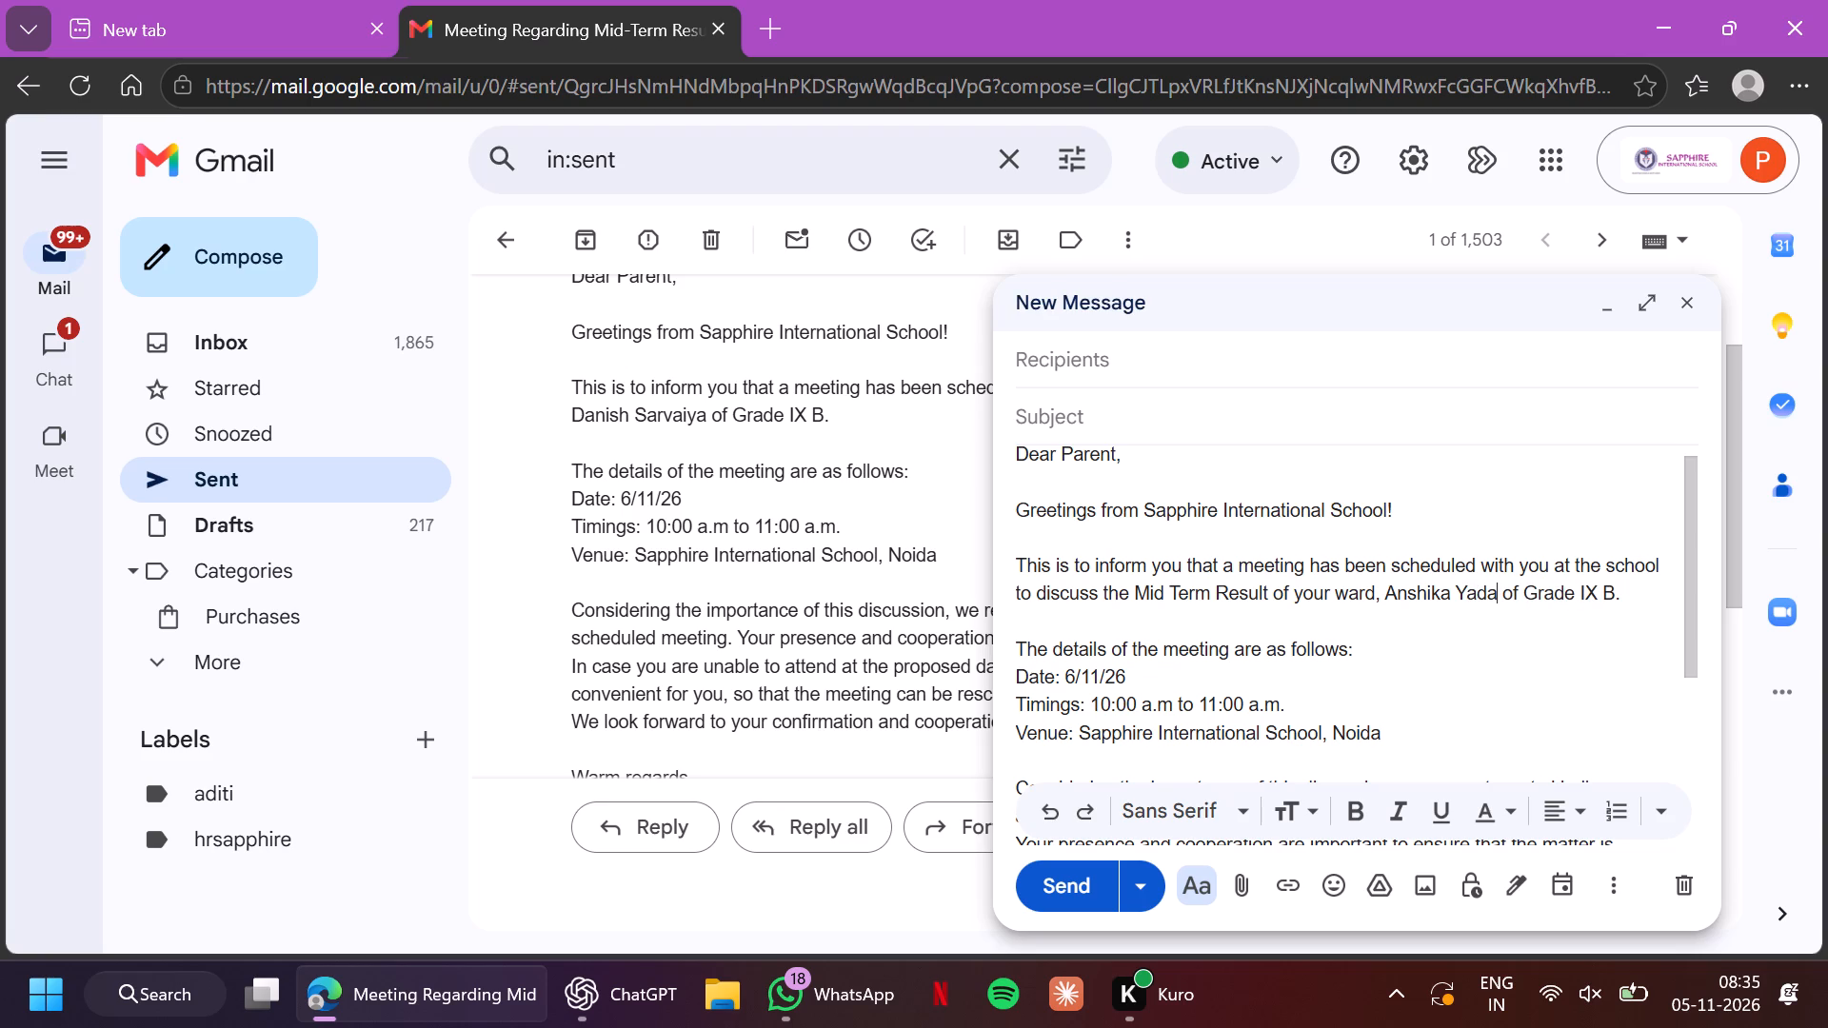
pyautogui.press('v')
pyautogui.press('Right')
pyautogui.press('BackSpace')
pyautogui.press('space')
# Check the rest of the message body and start the subject line of the new message.
pyautogui.scroll(-1, 1321, 716)
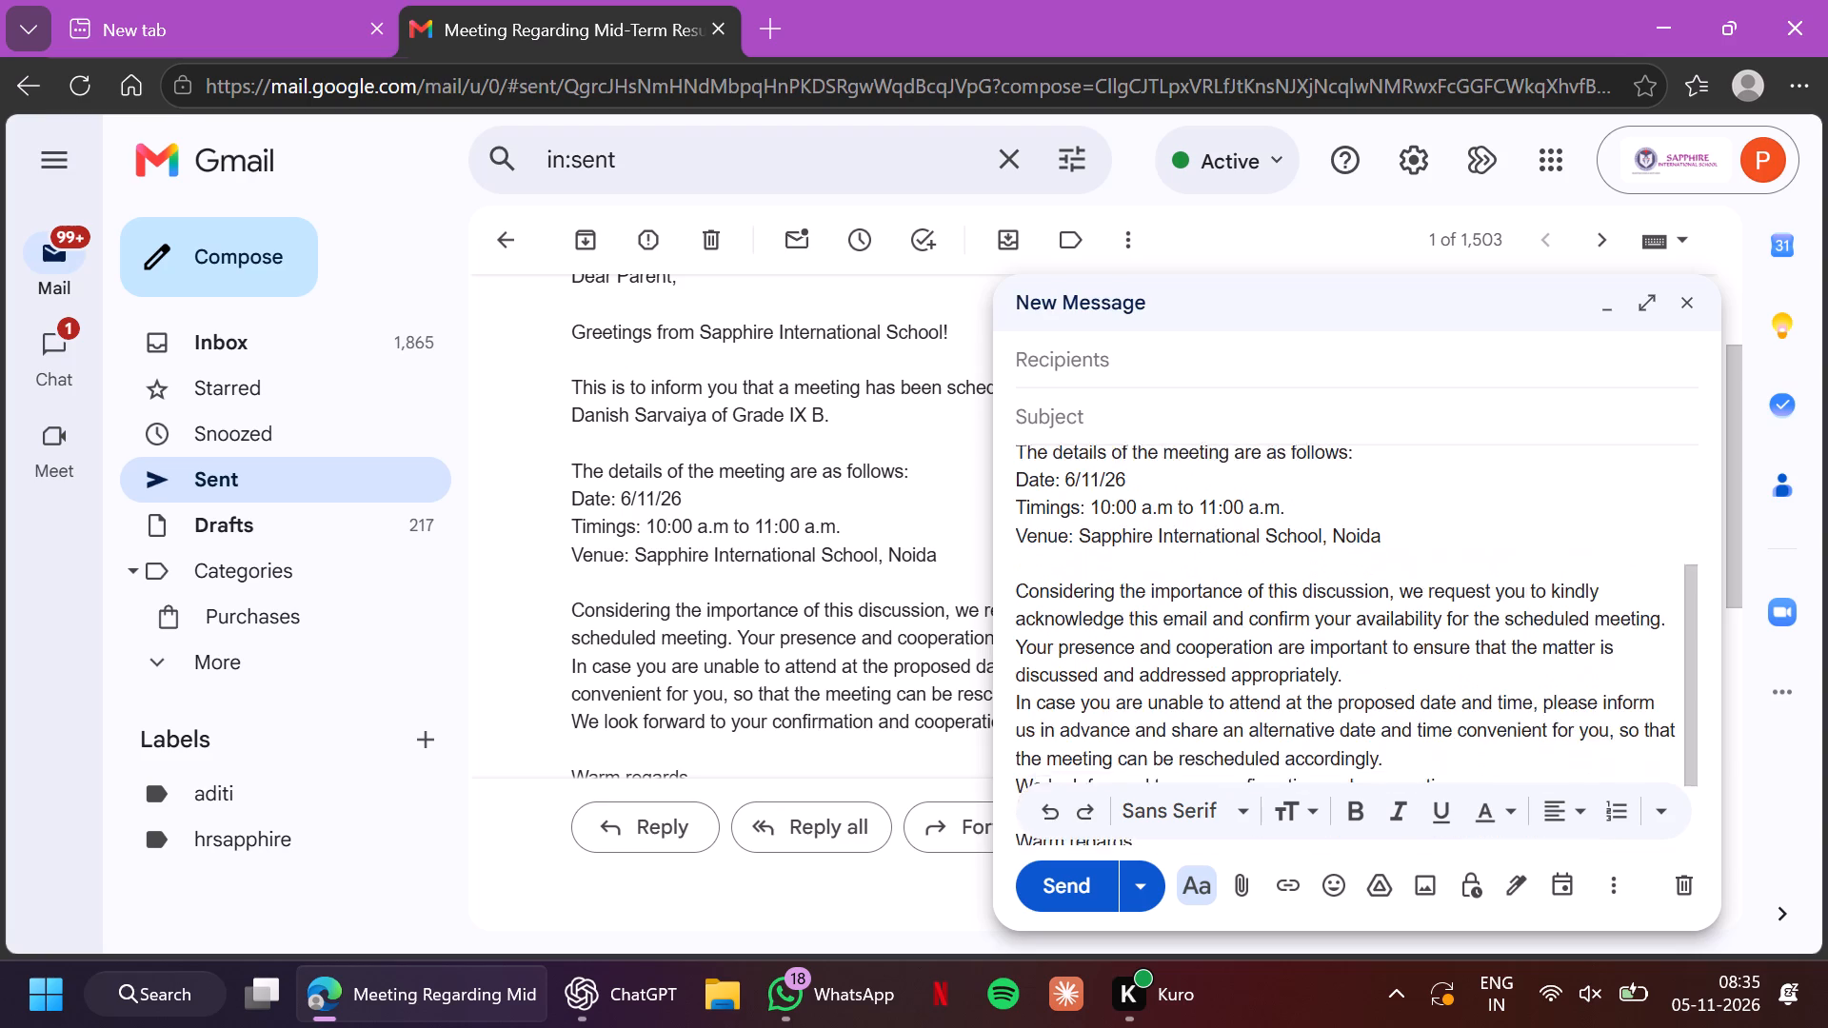
pyautogui.scroll(-1, 1321, 716)
pyautogui.click(1043, 427)
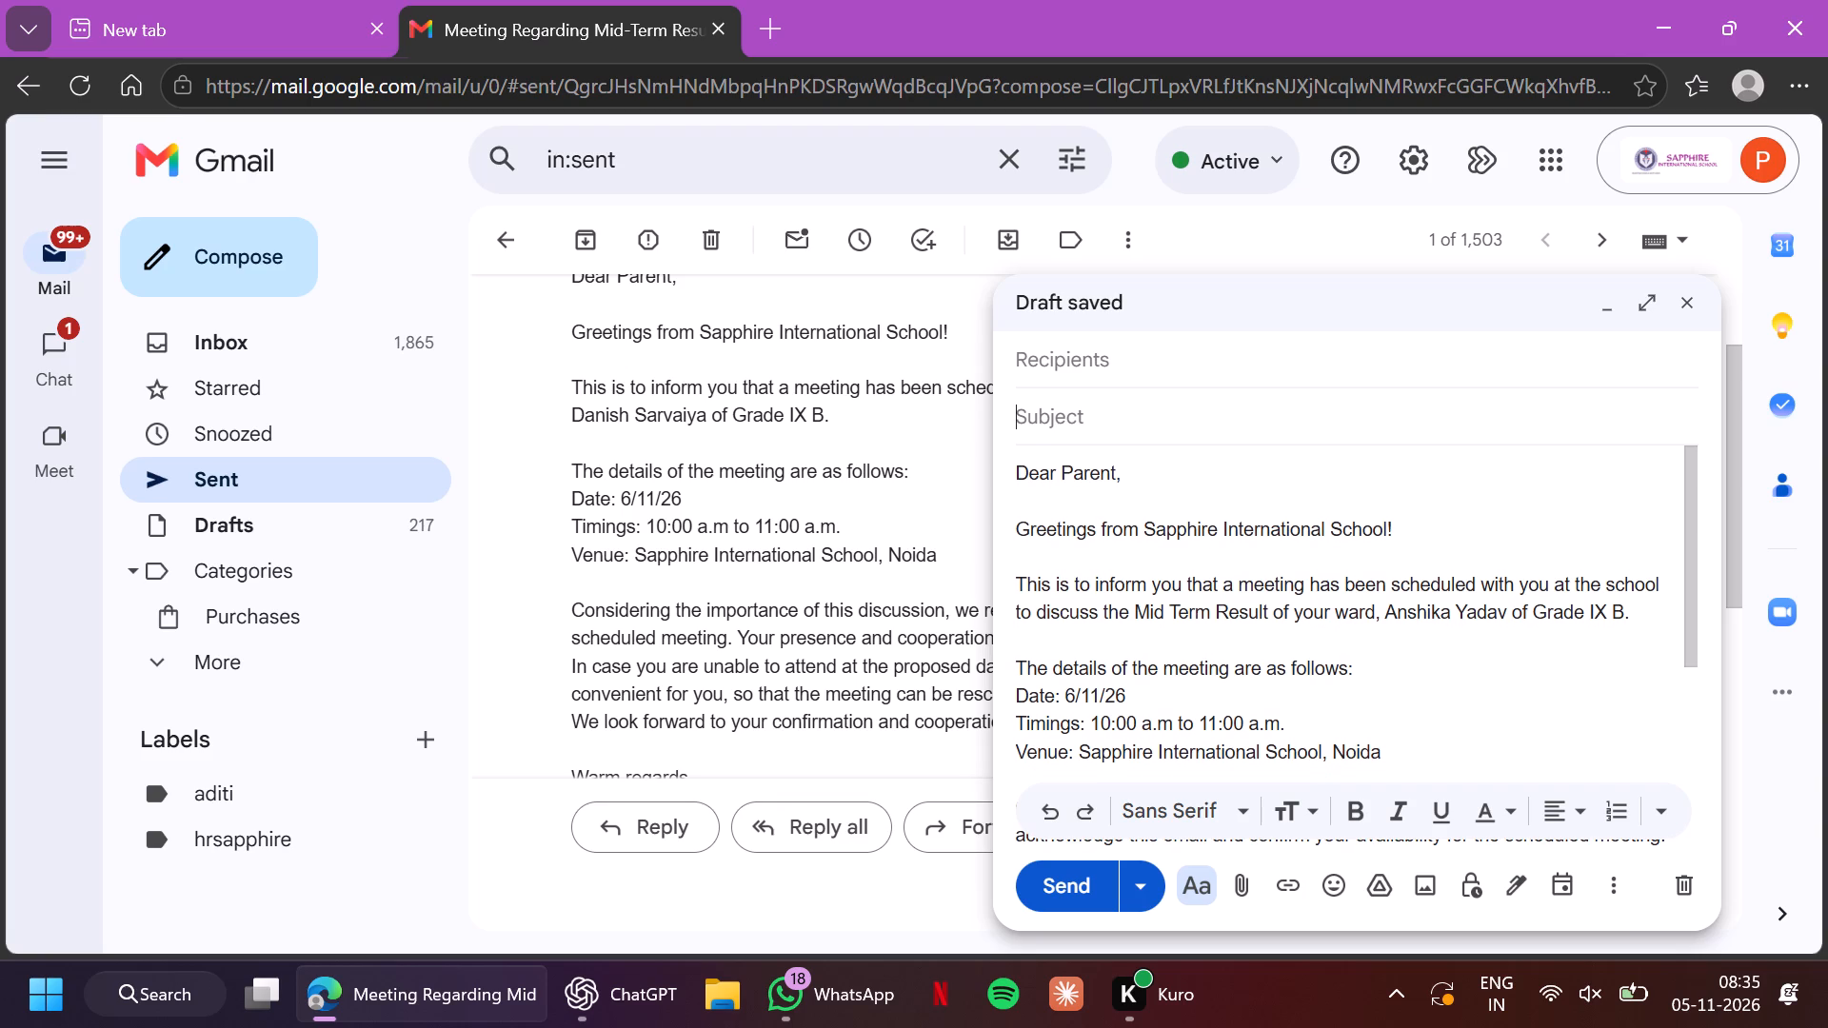
# Switch to ChatGPT for the subject wording and set the new message's subject to "Meeting Regarding Mid-Term Result".
pyautogui.click(647, 991)
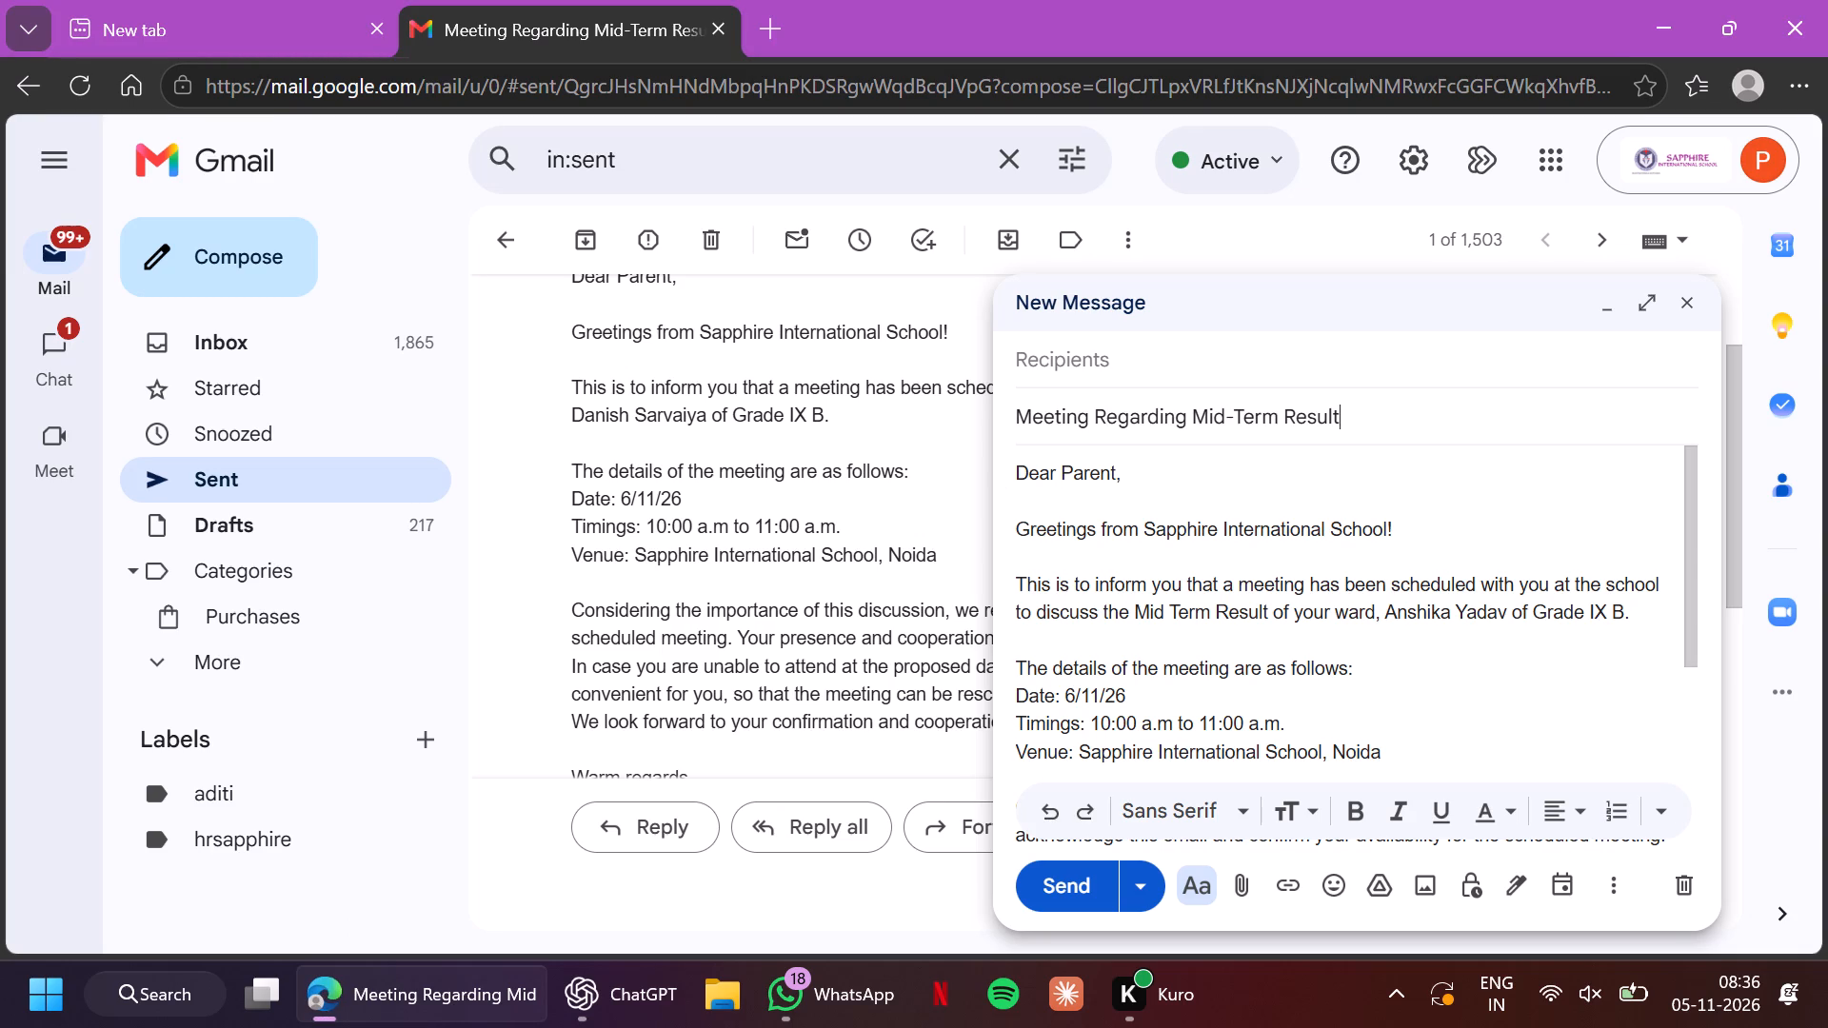
# Open the recipients line of the new mid-term result meeting message for entering addressees.
pyautogui.click(1019, 365)
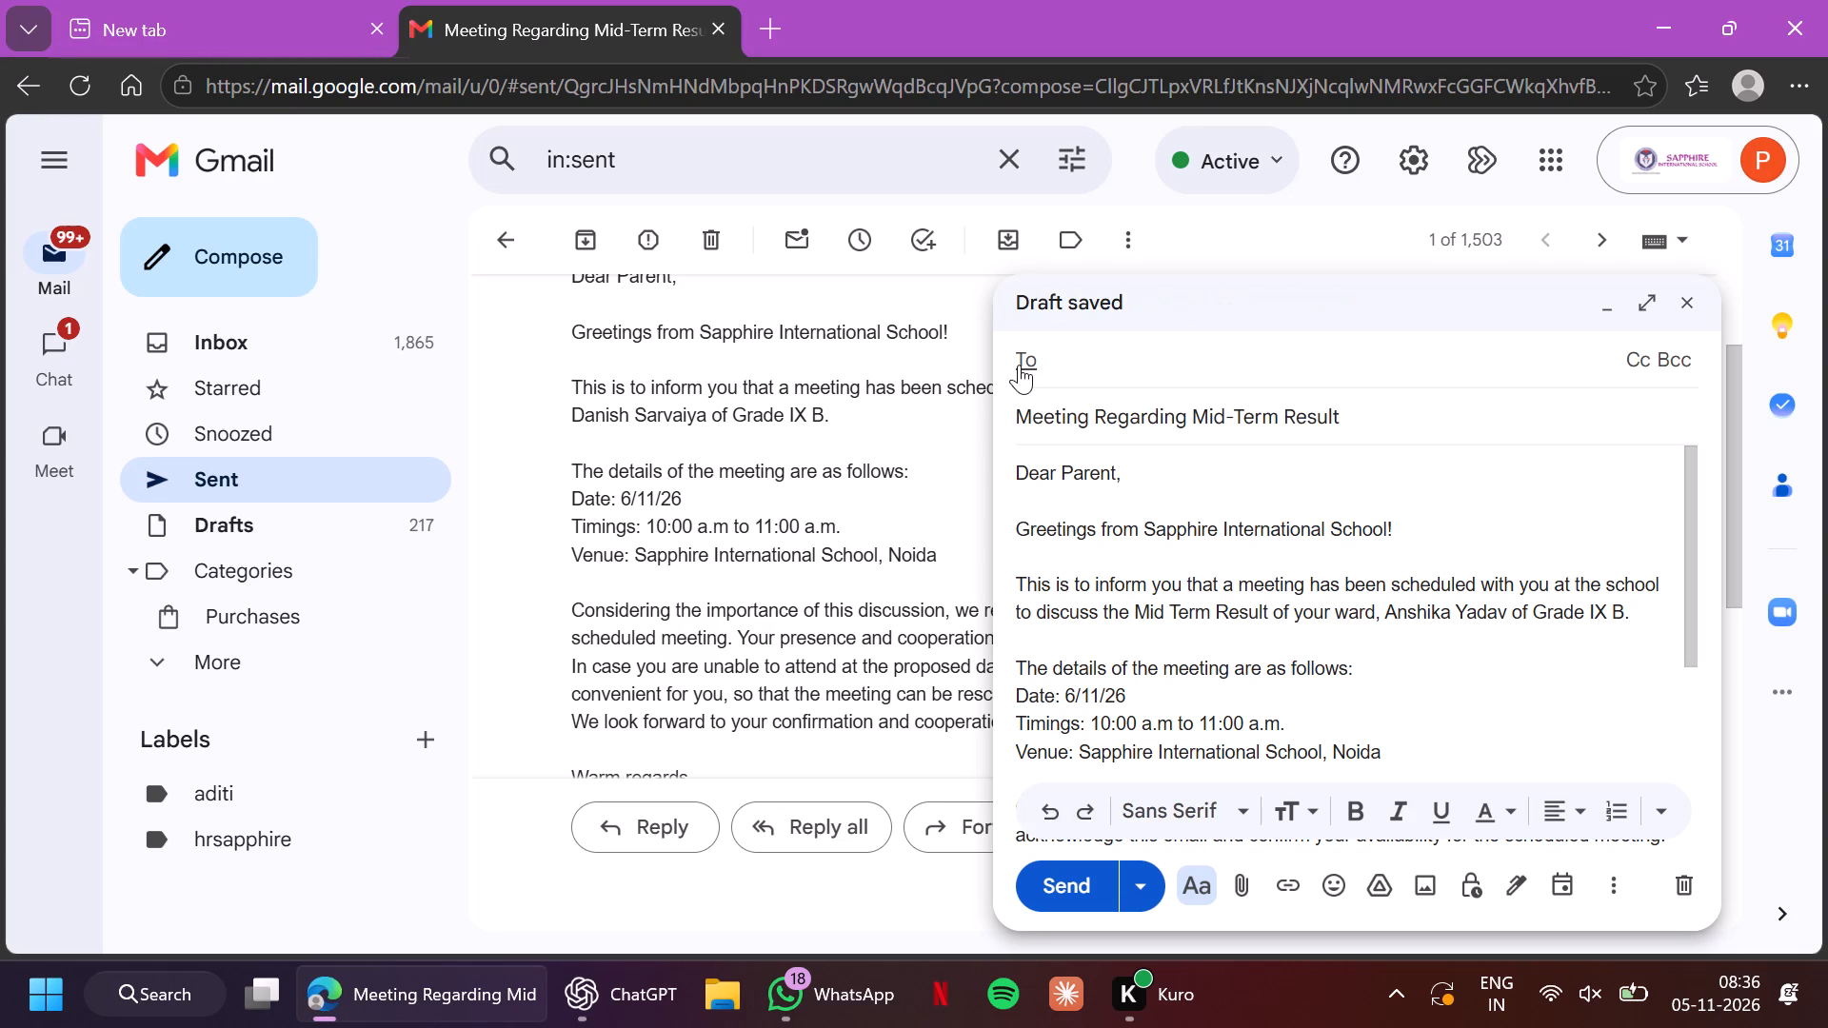
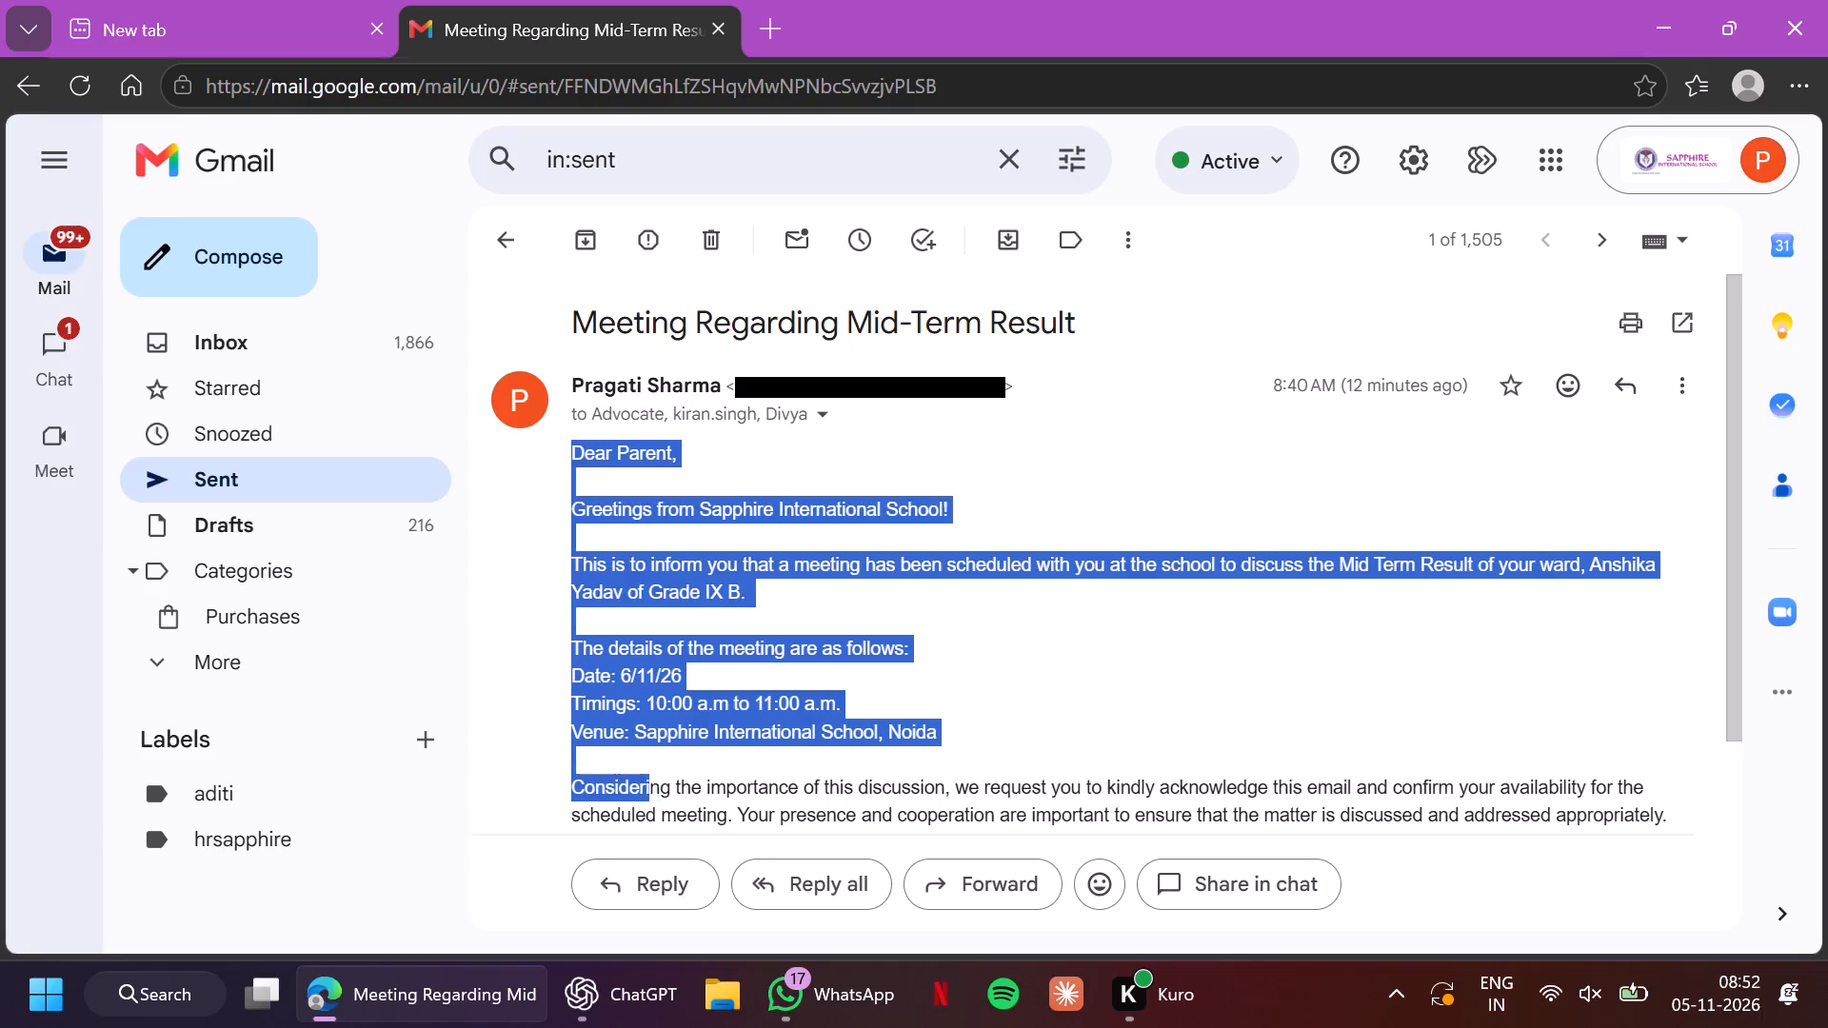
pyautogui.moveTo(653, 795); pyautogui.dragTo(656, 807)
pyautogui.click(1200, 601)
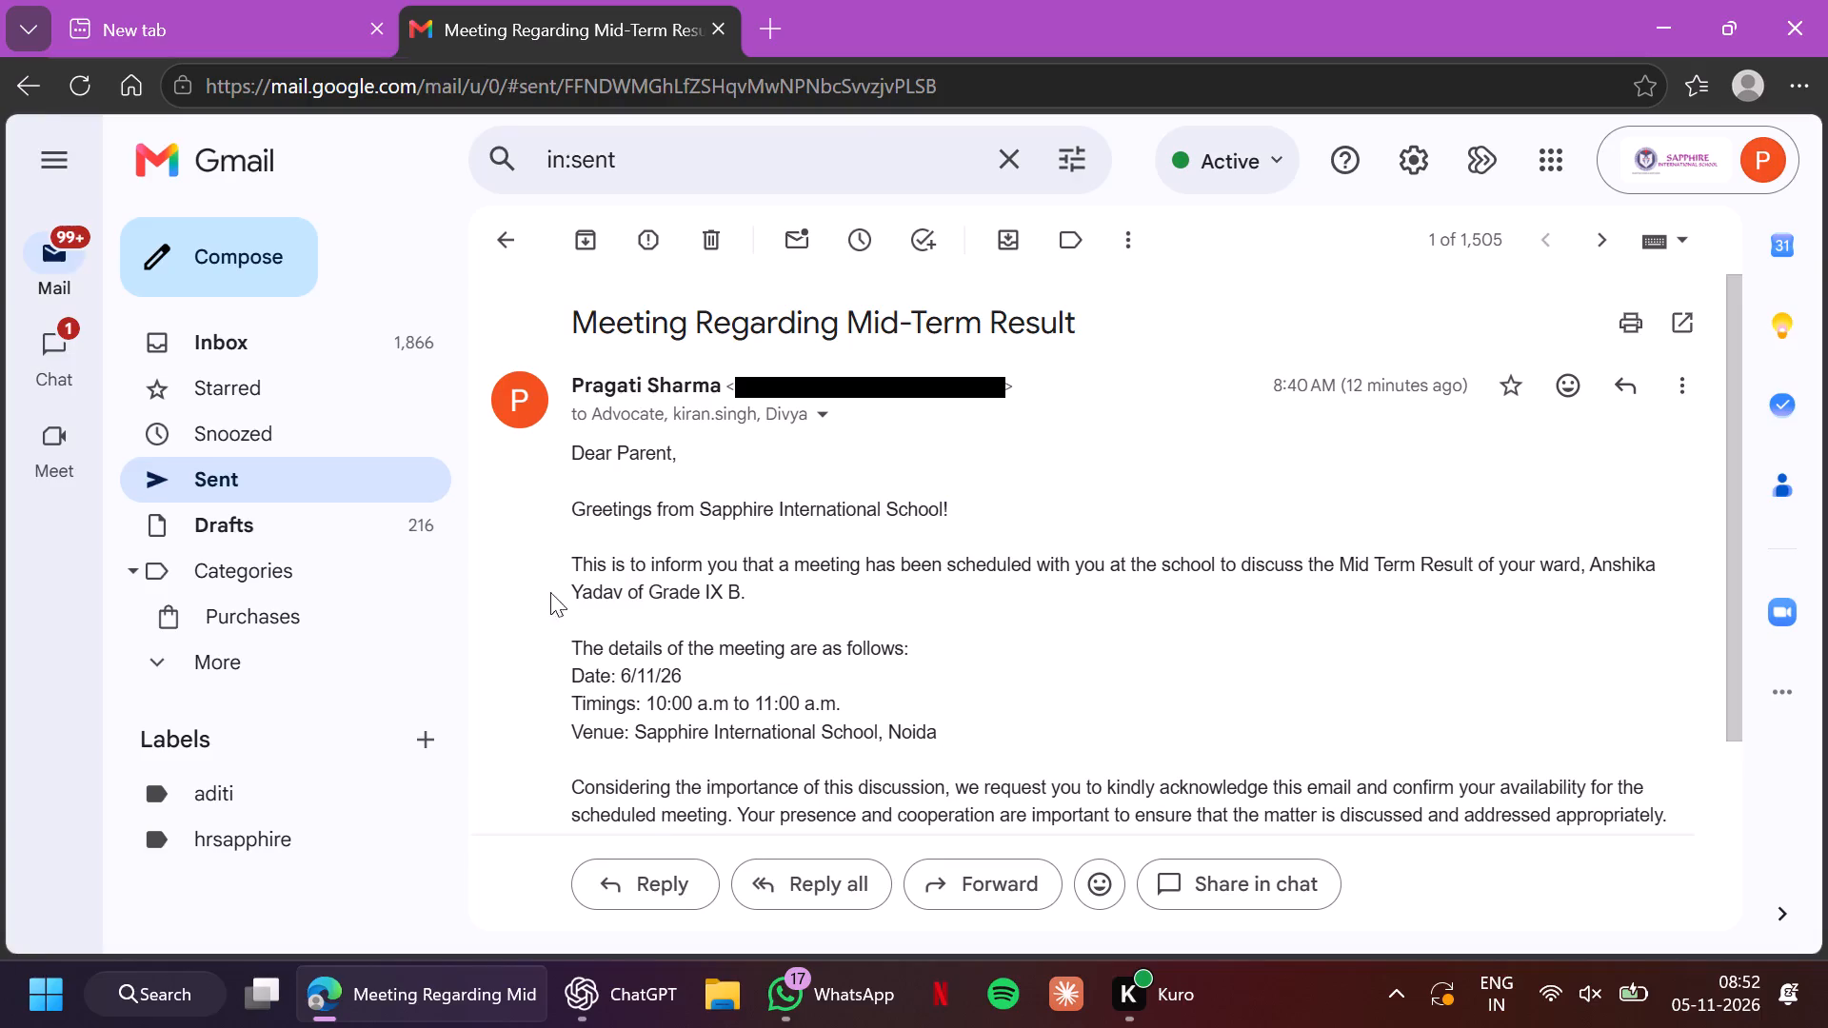
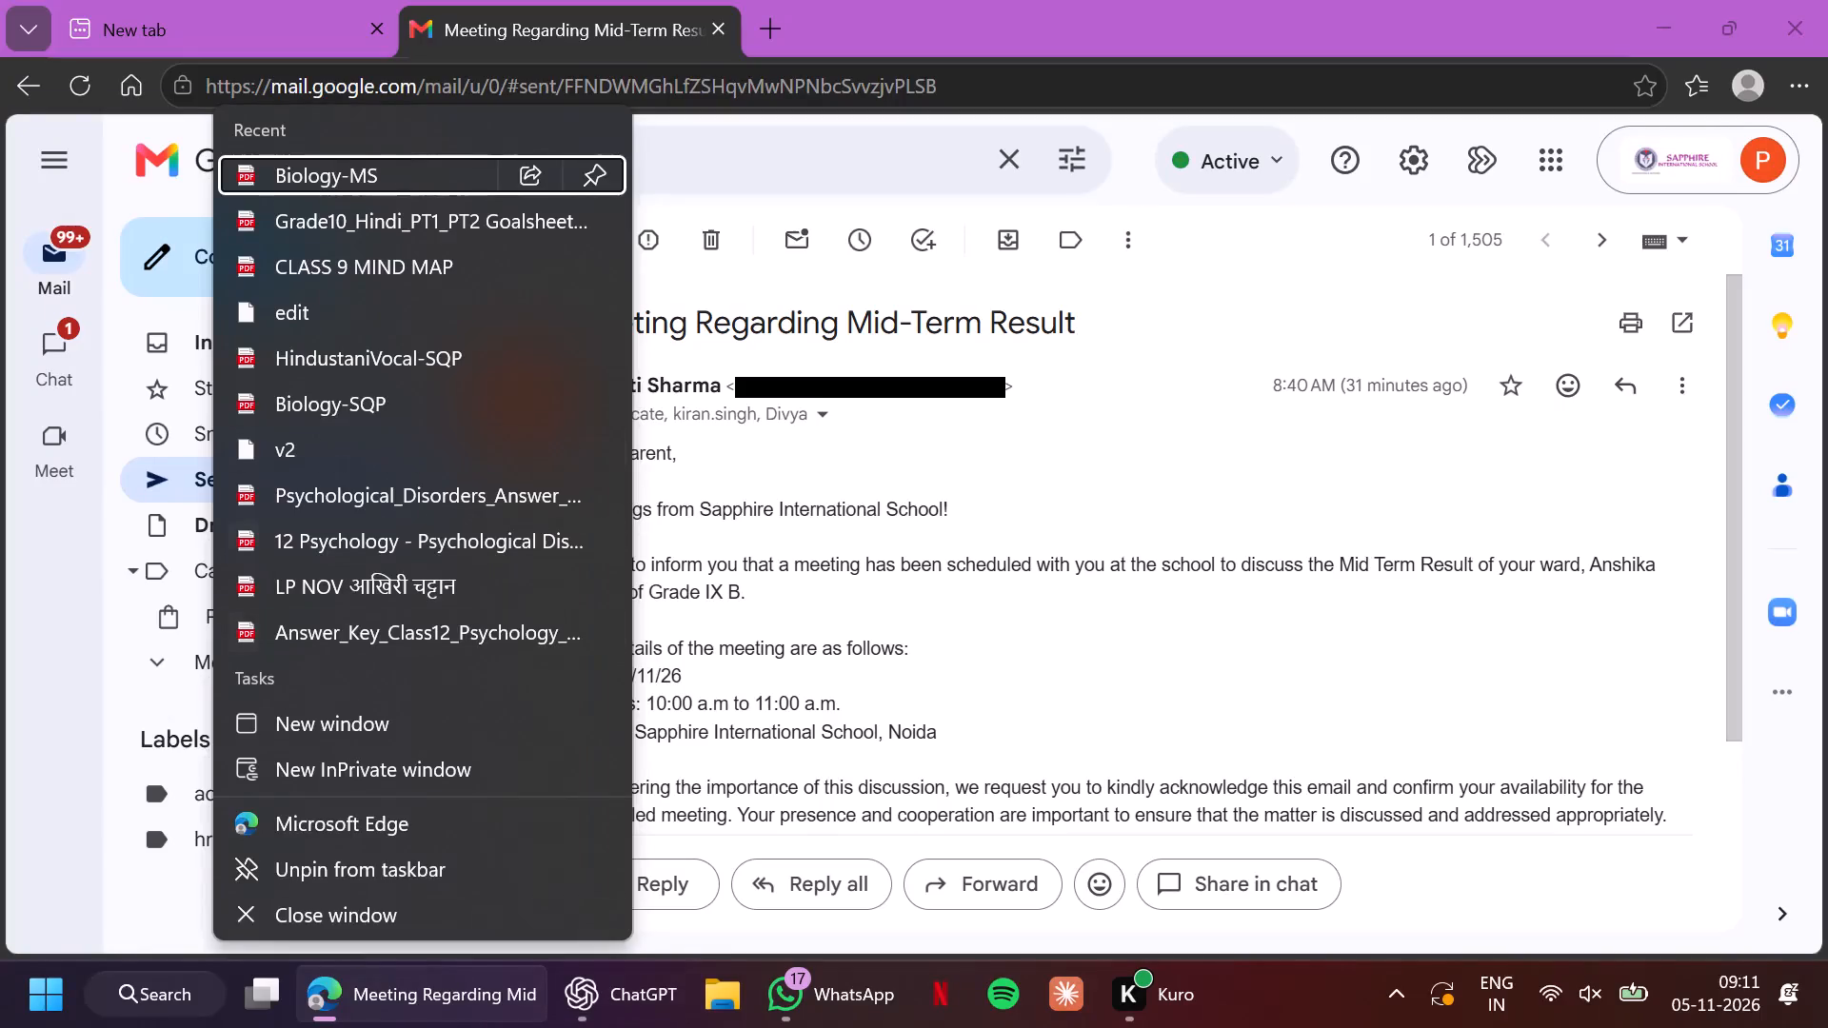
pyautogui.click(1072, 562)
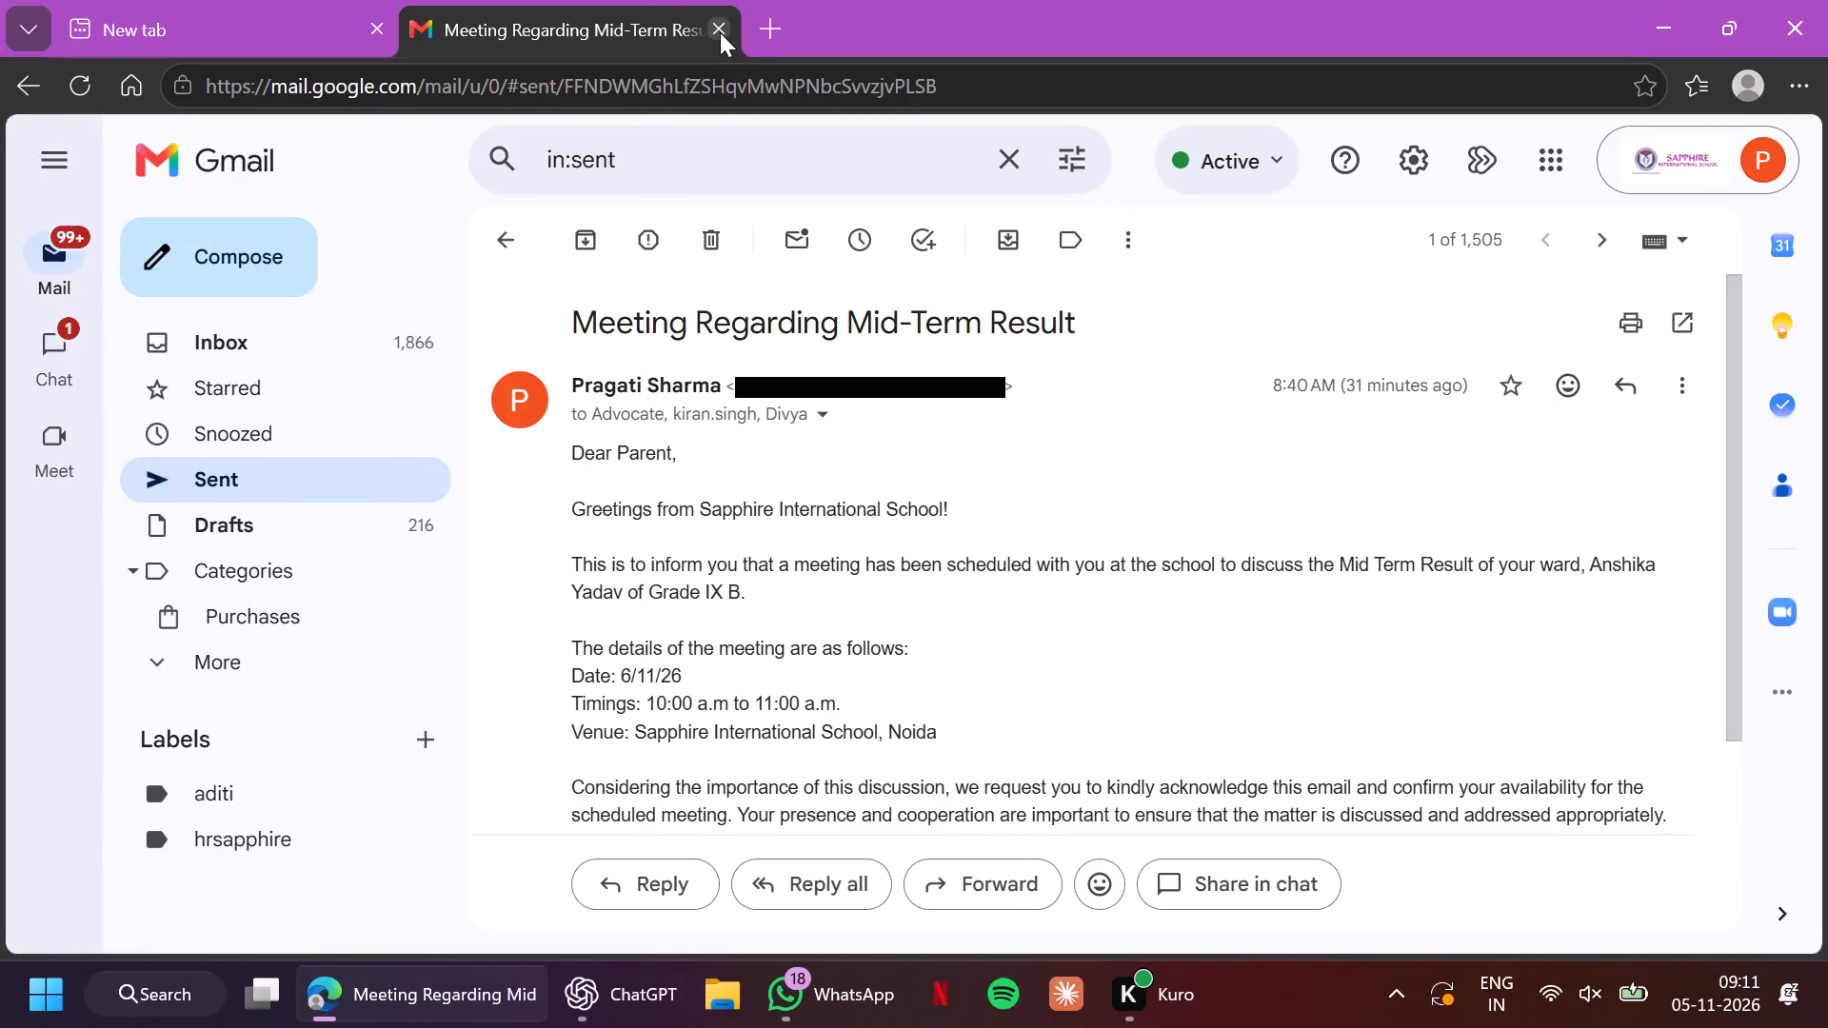